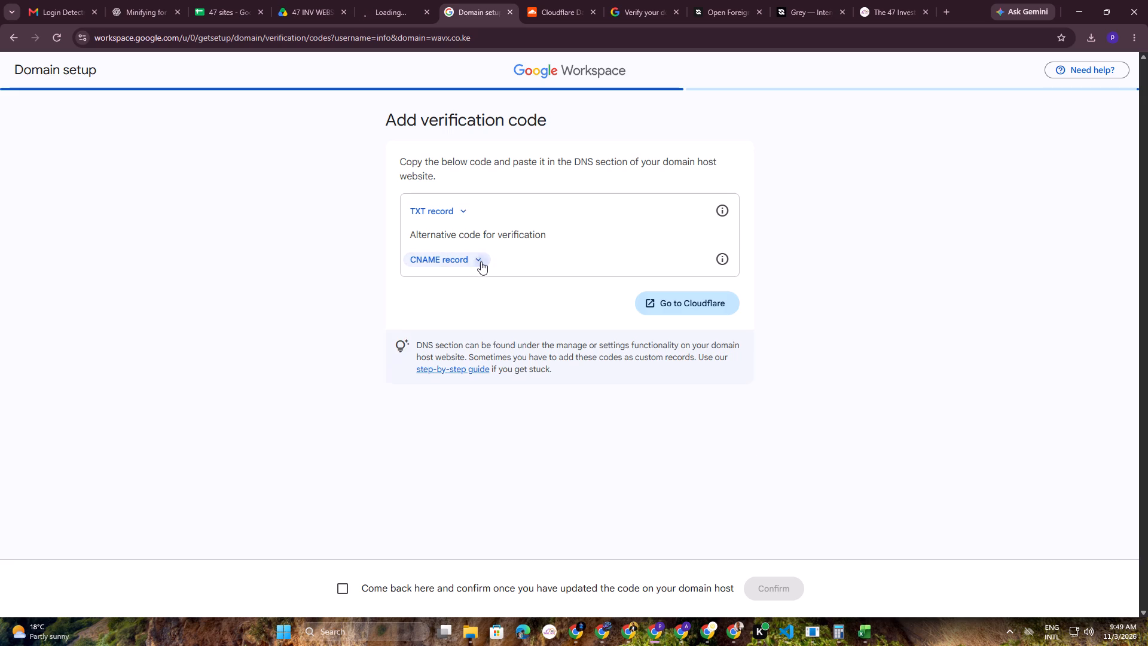
pyautogui.click(467, 258)
# Acknowledge that the verification code has been updated on the domain host.
pyautogui.scroll(-4, 640, 441)
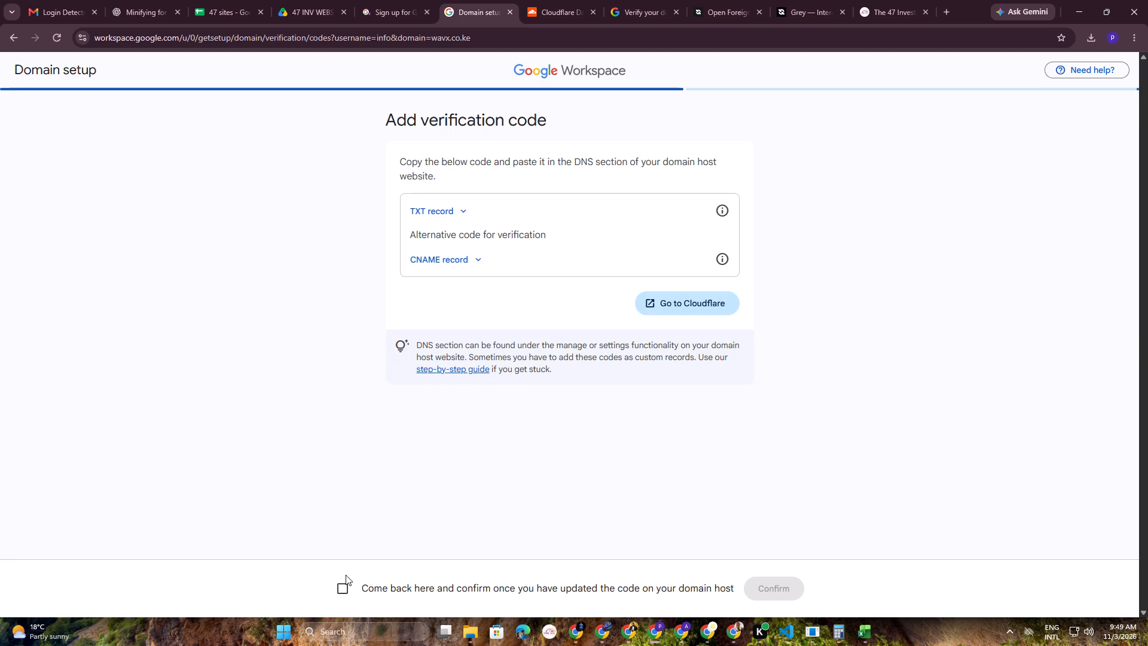
pyautogui.click(336, 593)
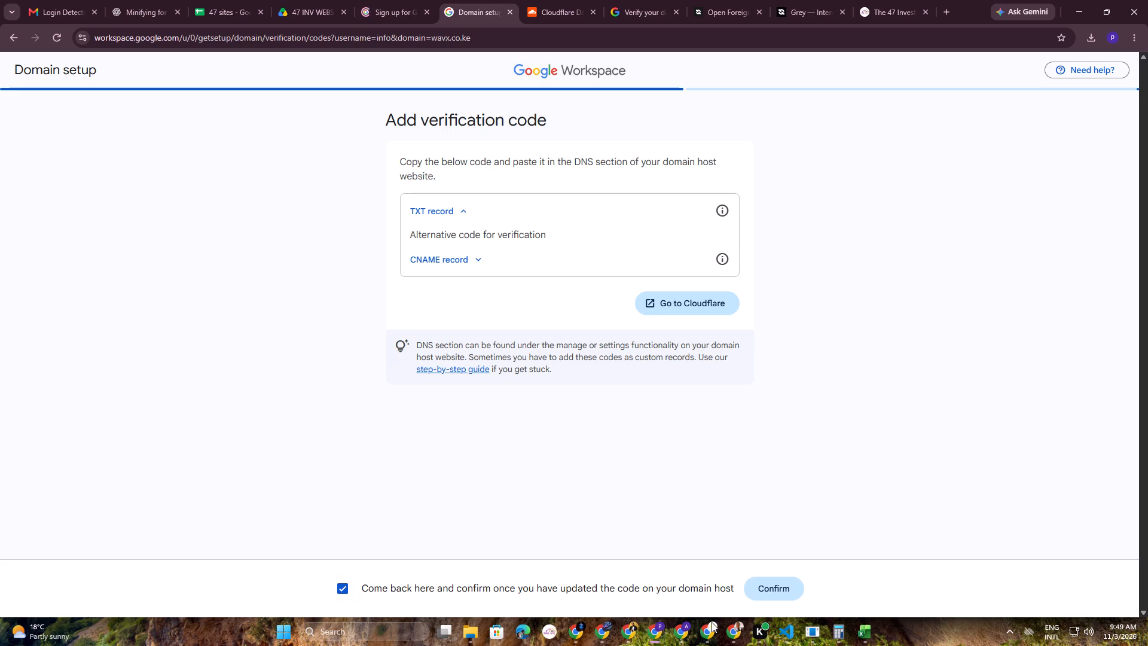
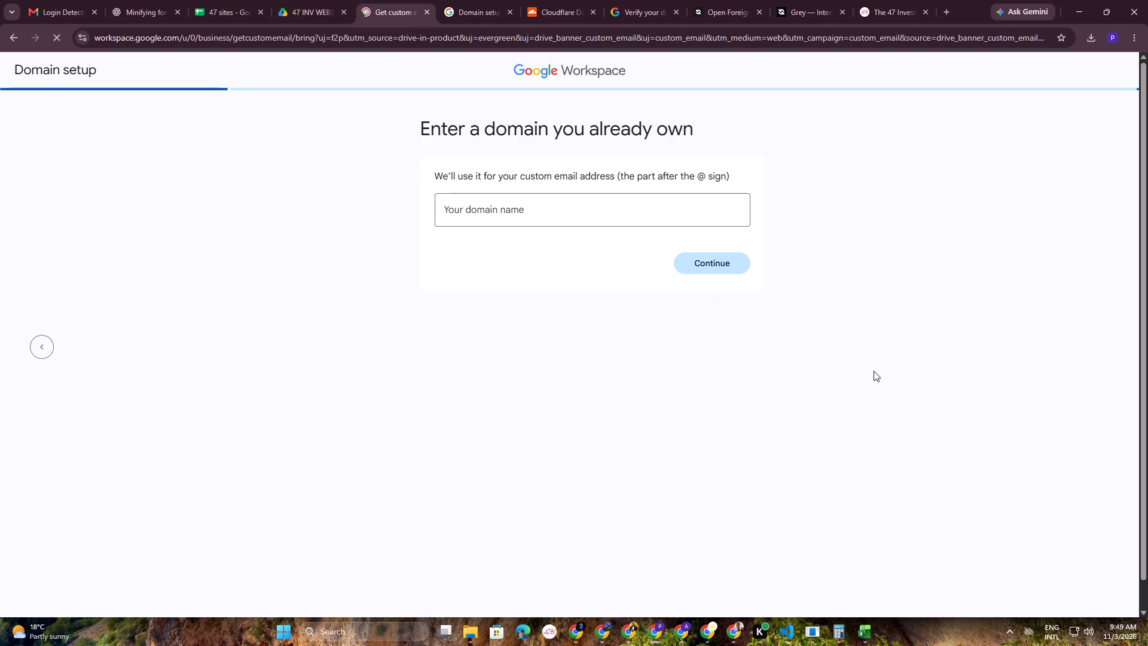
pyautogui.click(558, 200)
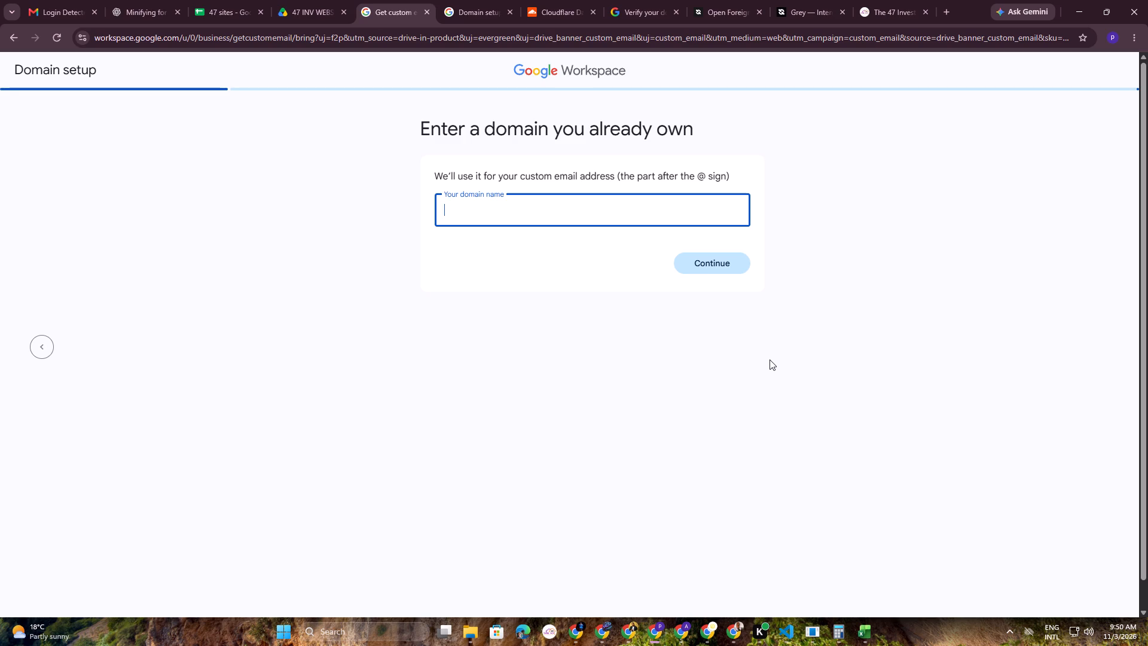
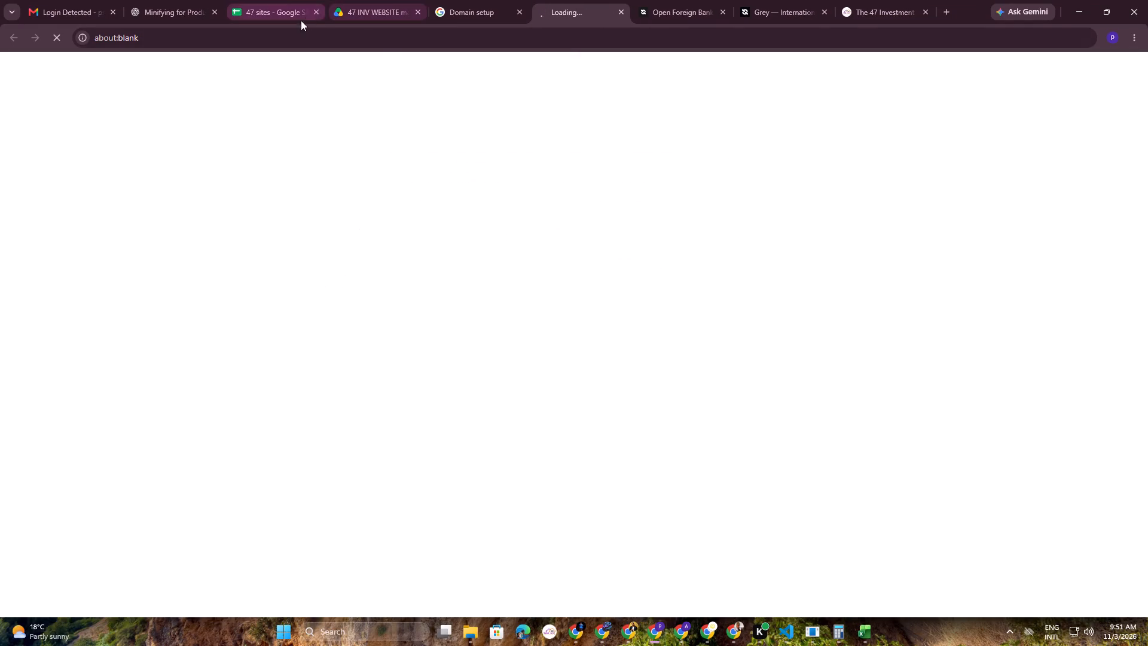
# Return to the Google Workspace domain setup page for wavx.co.ke and bring up the browser's options at the Cloudflare sign-in link.
pyautogui.click(460, 7)
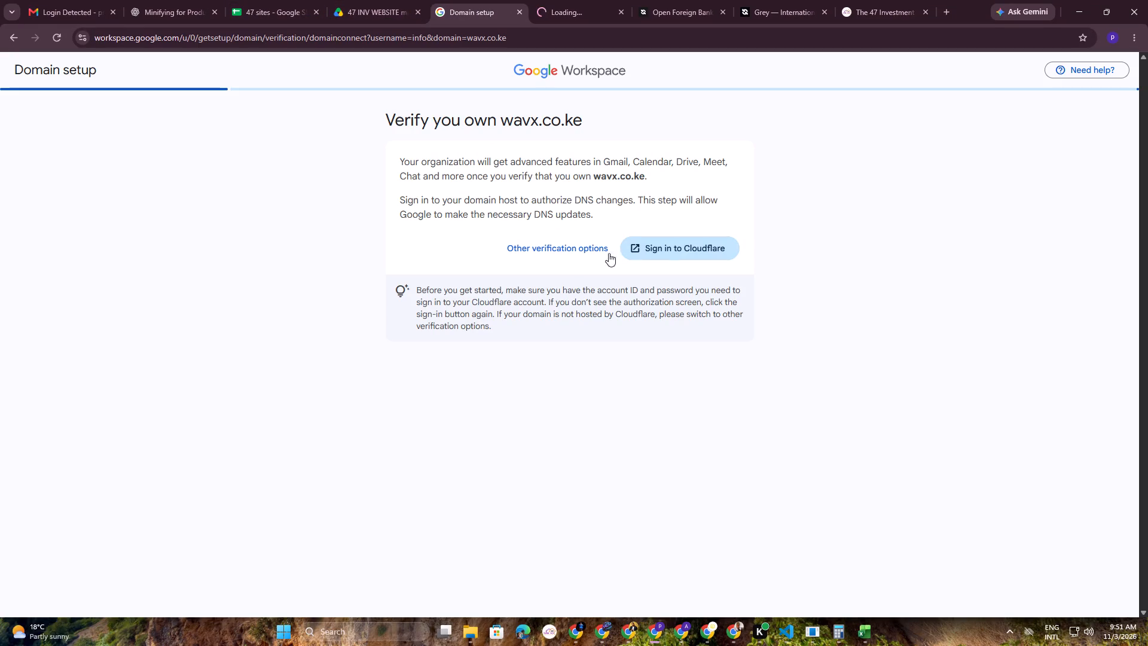
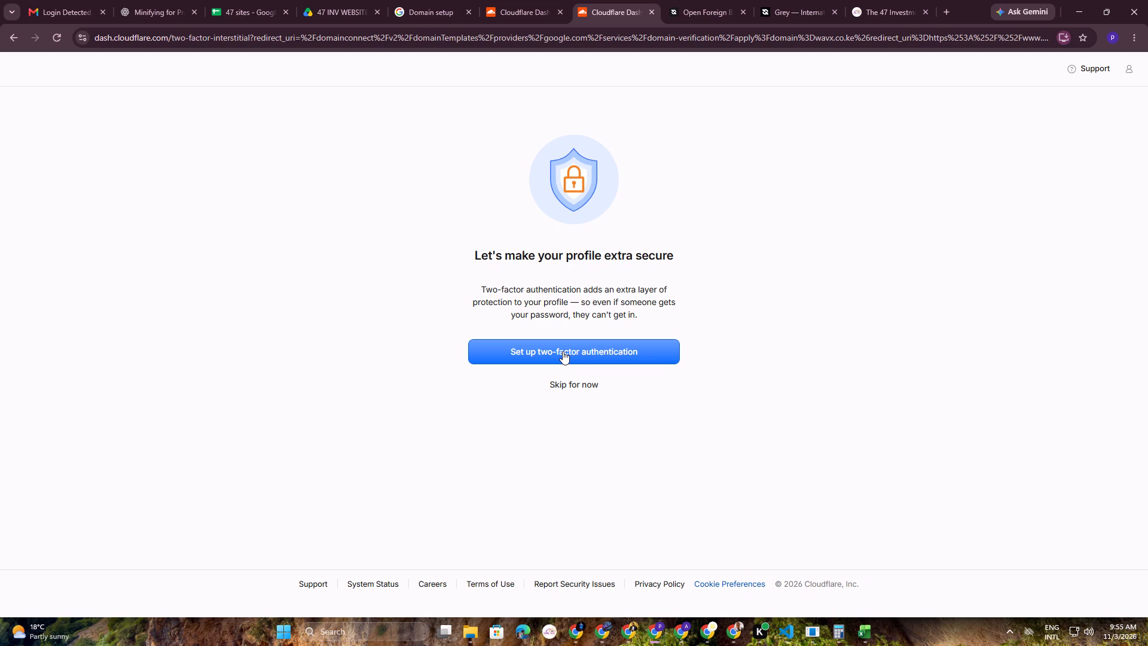
# Skip the two-factor authentication setup and authorize Google's TXT verification DNS record for wavx.co.ke in Cloudflare.
pyautogui.click(566, 386)
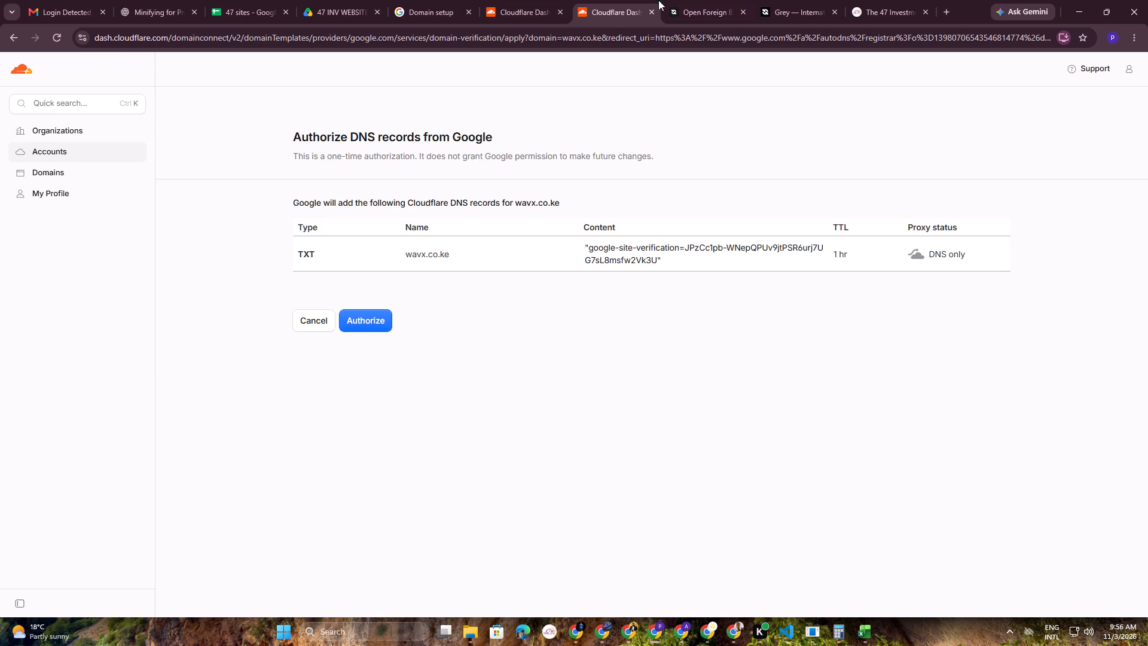
pyautogui.click(364, 321)
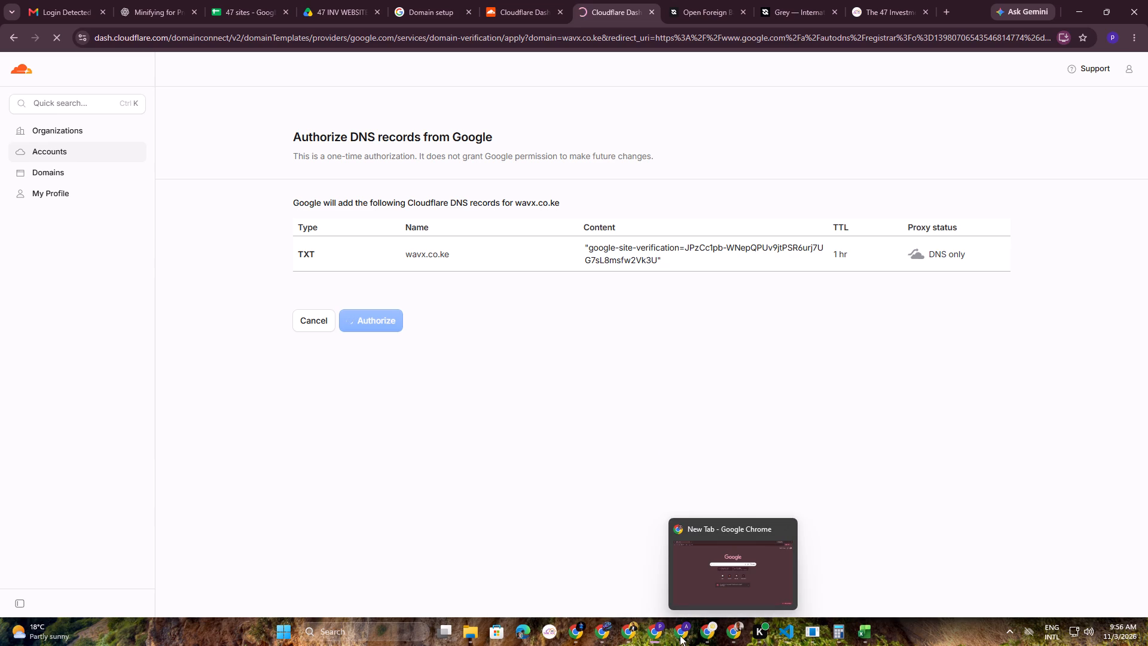
# Switch to the other Chrome profile's Cloudflare window and open the wavx.co.ke domain overview from the account's domains.
pyautogui.click(713, 635)
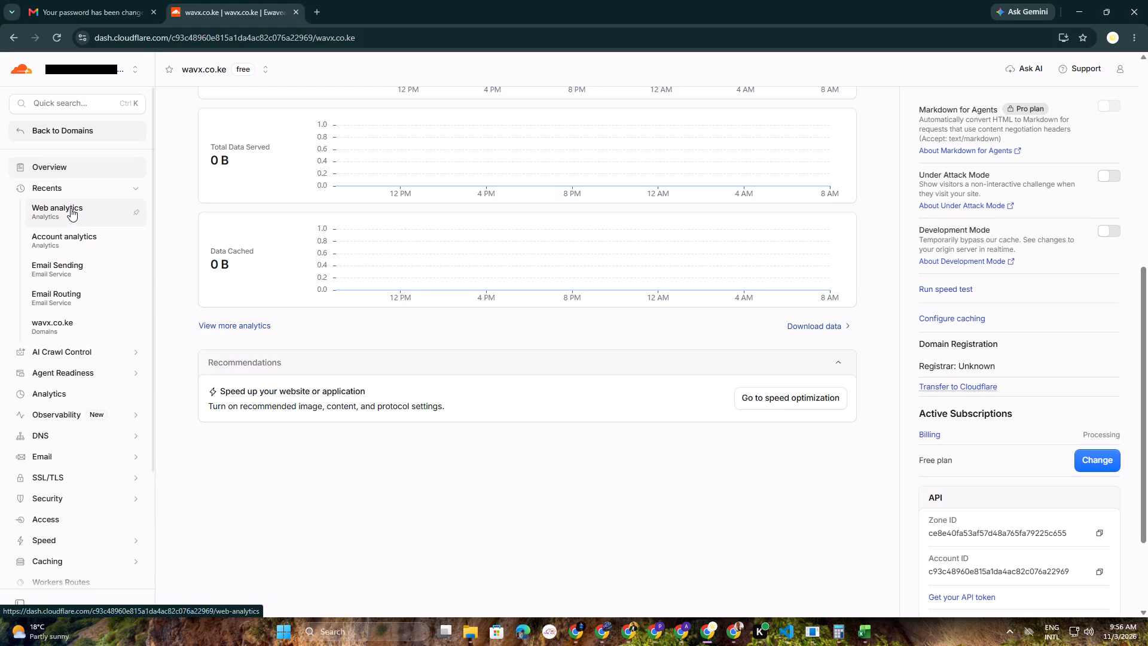
pyautogui.click(32, 129)
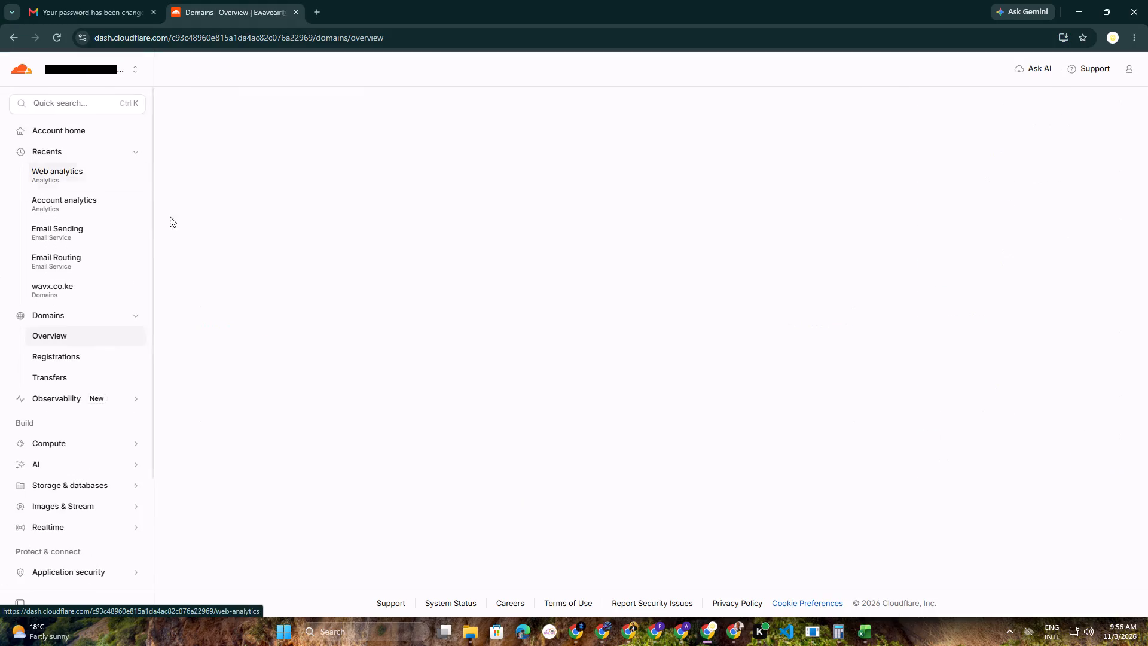
pyautogui.scroll(5, 74, 181)
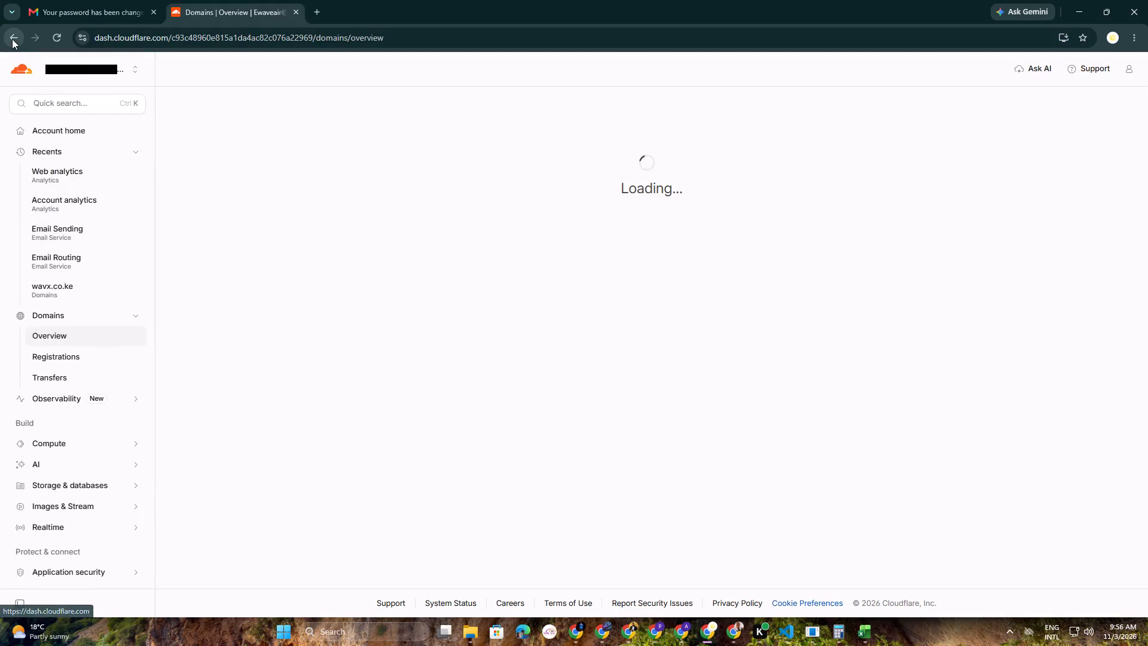
pyautogui.click(12, 39)
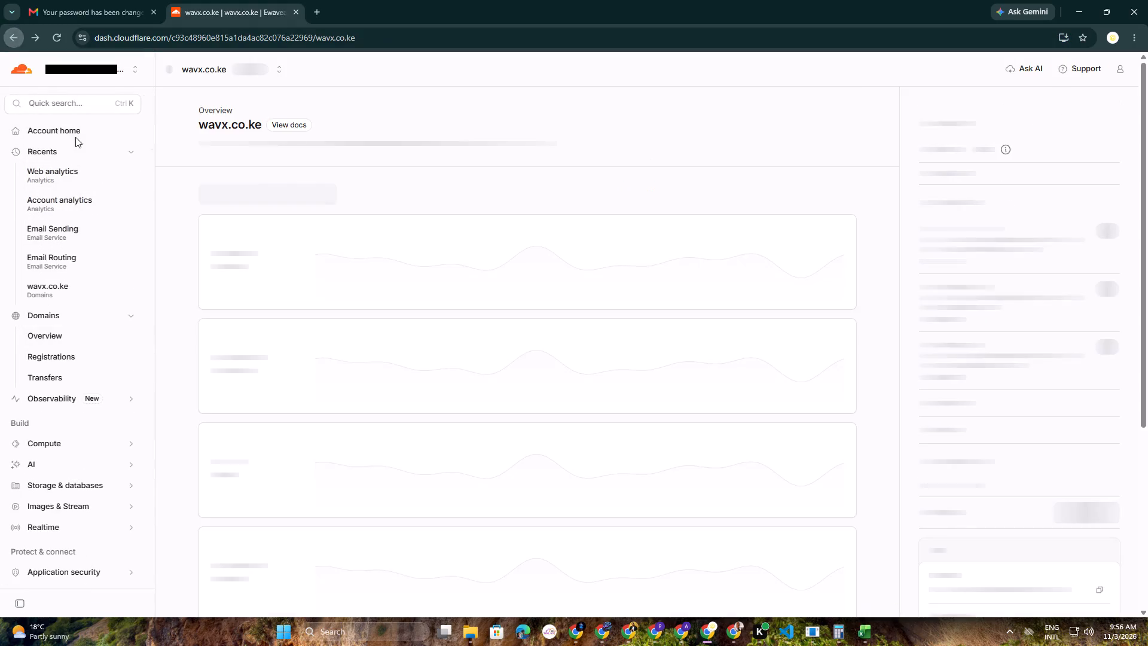
pyautogui.click(8, 40)
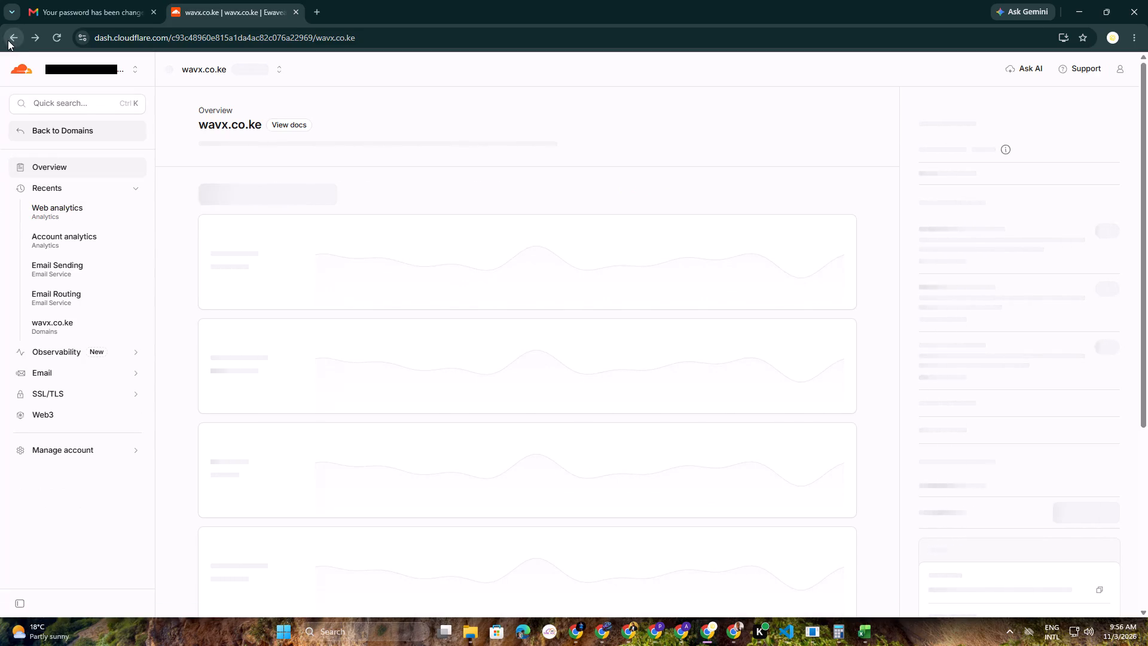
pyautogui.click(70, 155)
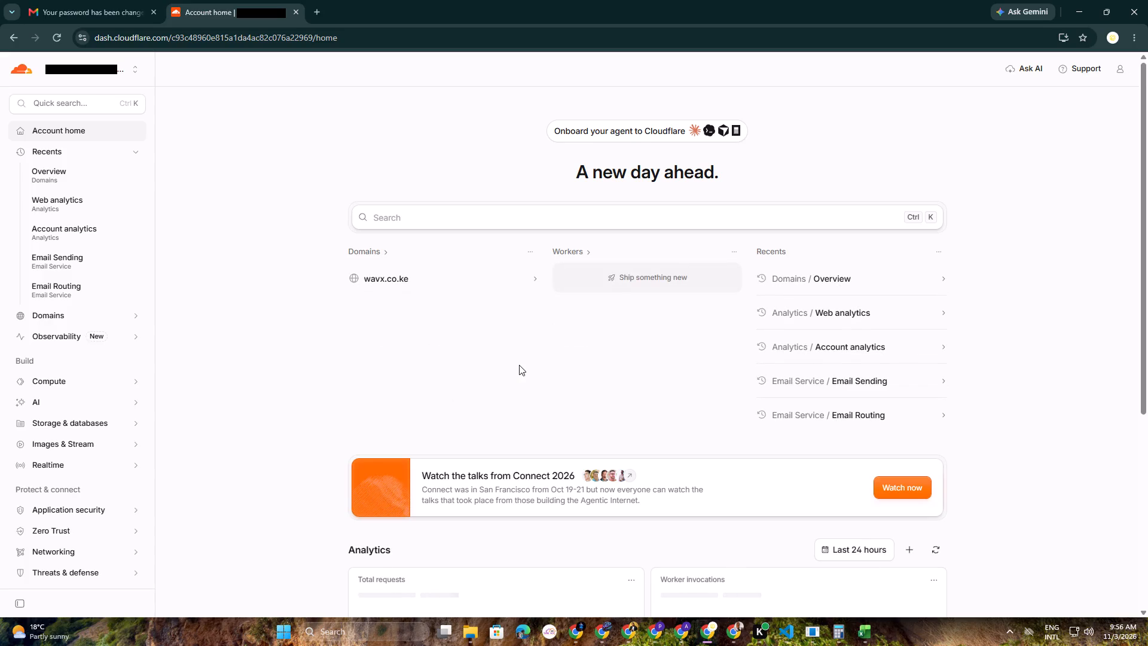
pyautogui.click(398, 278)
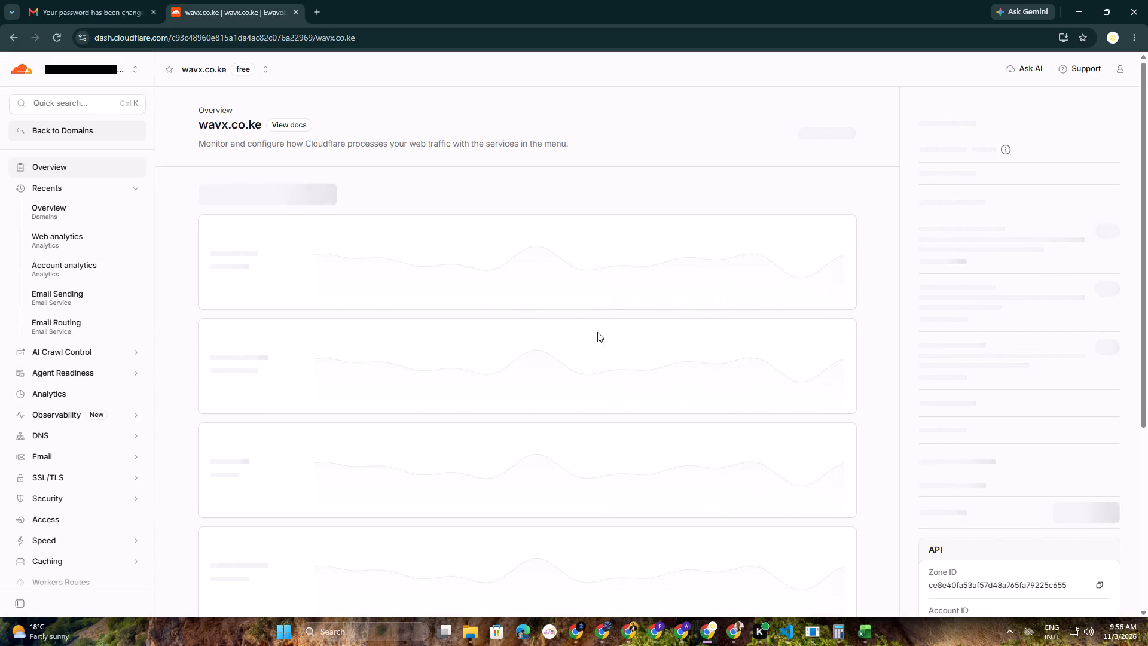
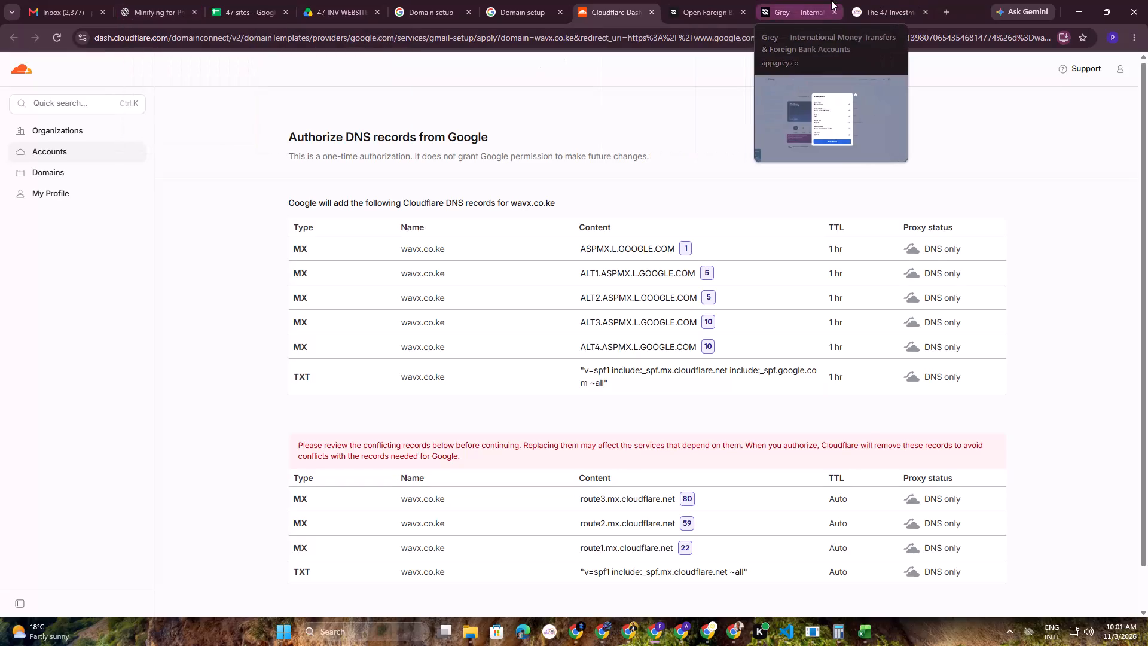
# Authorize Google's MX and SPF TXT records for wavx.co.ke and confirm deletion of the conflicting Cloudflare records by entering wavx.co.ke.
pyautogui.scroll(-2, 511, 419)
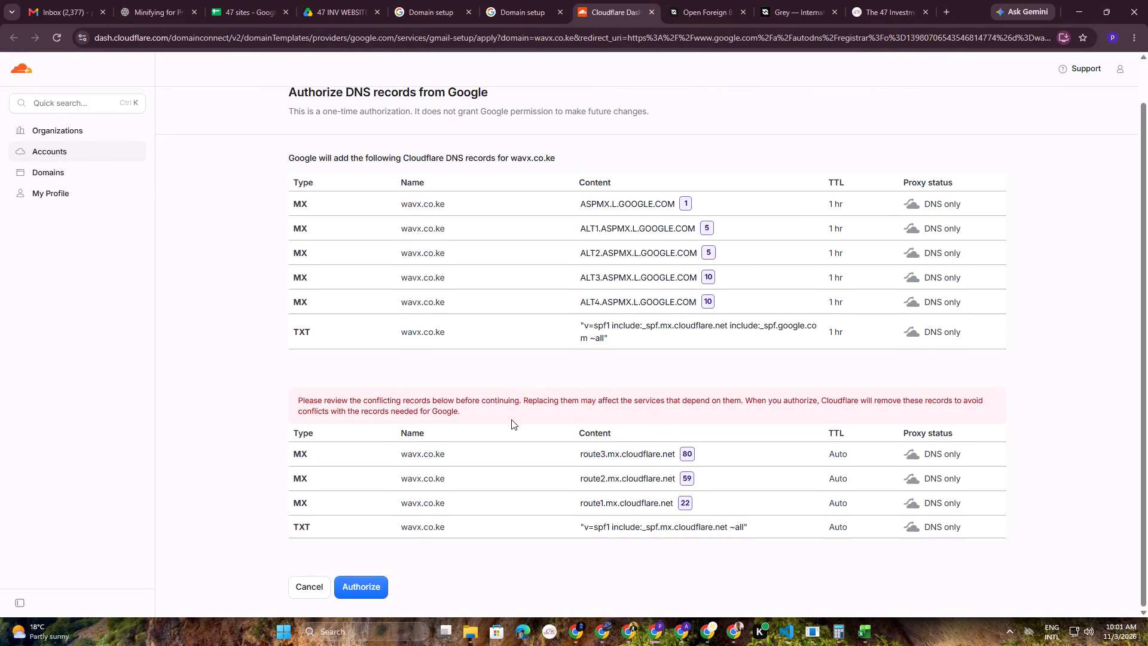
pyautogui.click(367, 589)
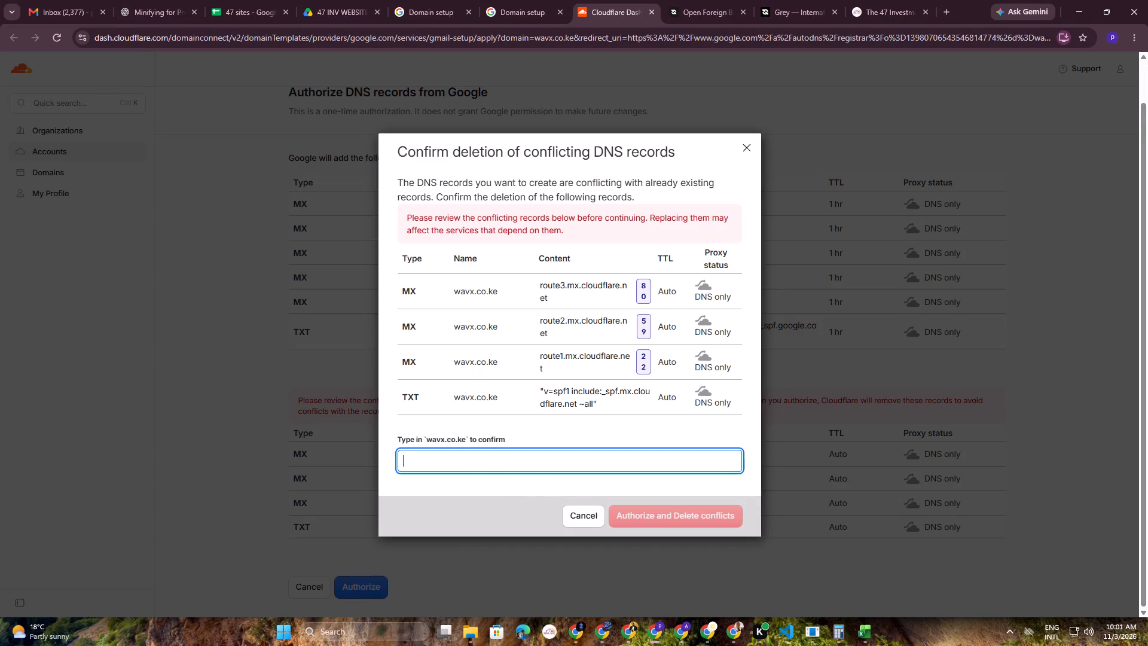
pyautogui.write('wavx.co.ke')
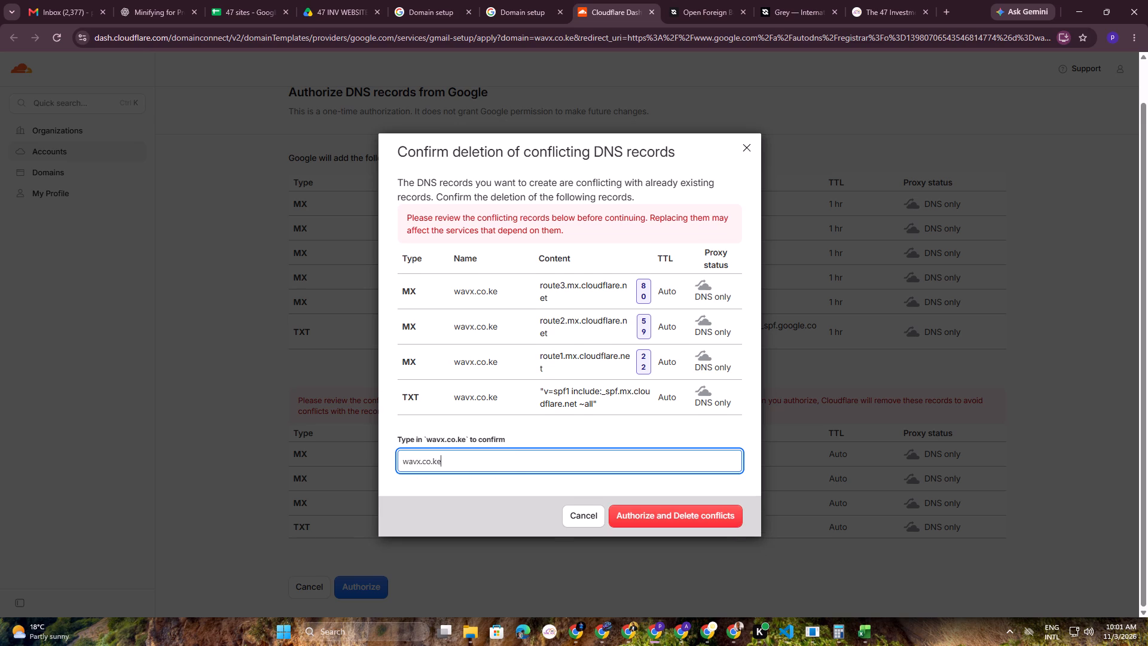
pyautogui.click(652, 512)
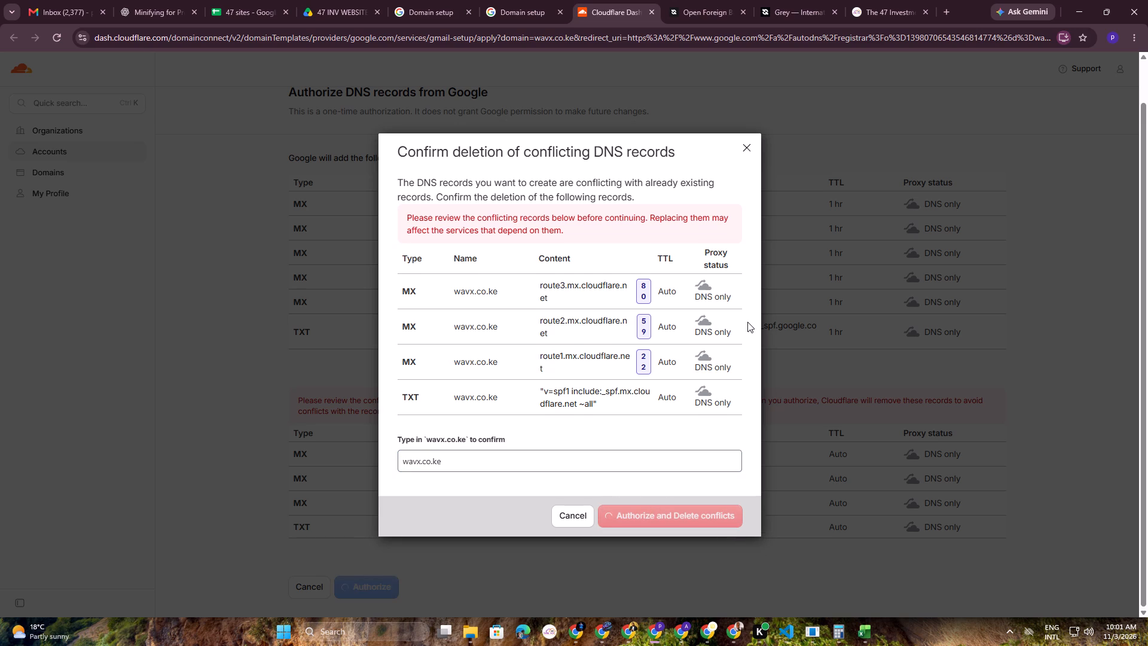
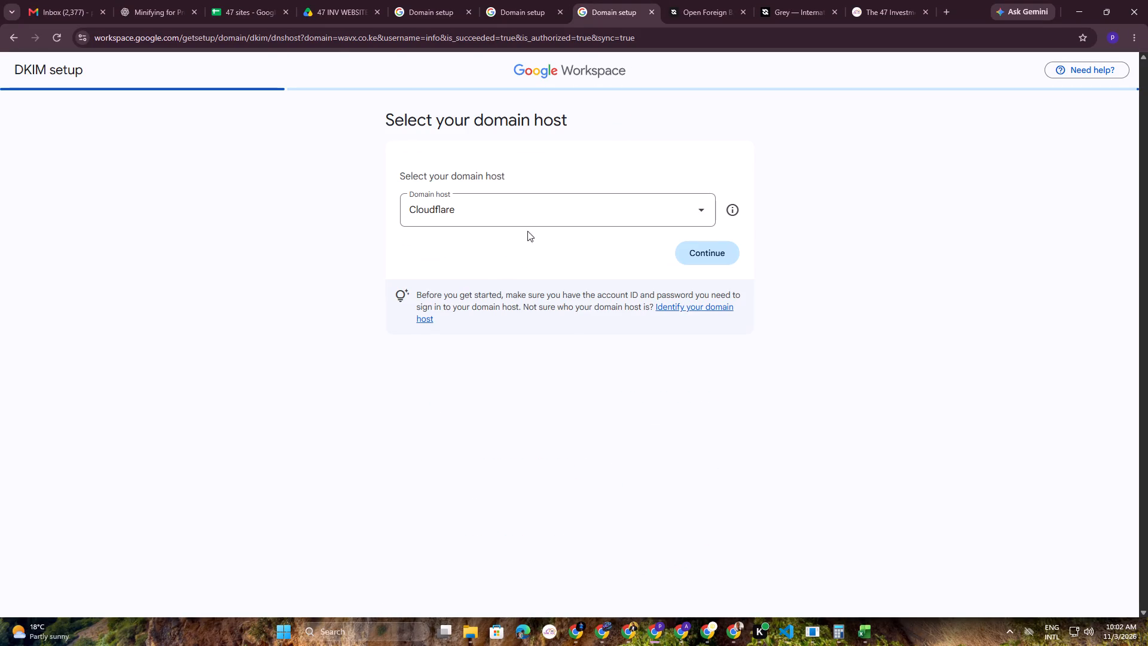
# Continue the DKIM setup for wavx.co.ke with Cloudflare as the domain host.
pyautogui.click(701, 248)
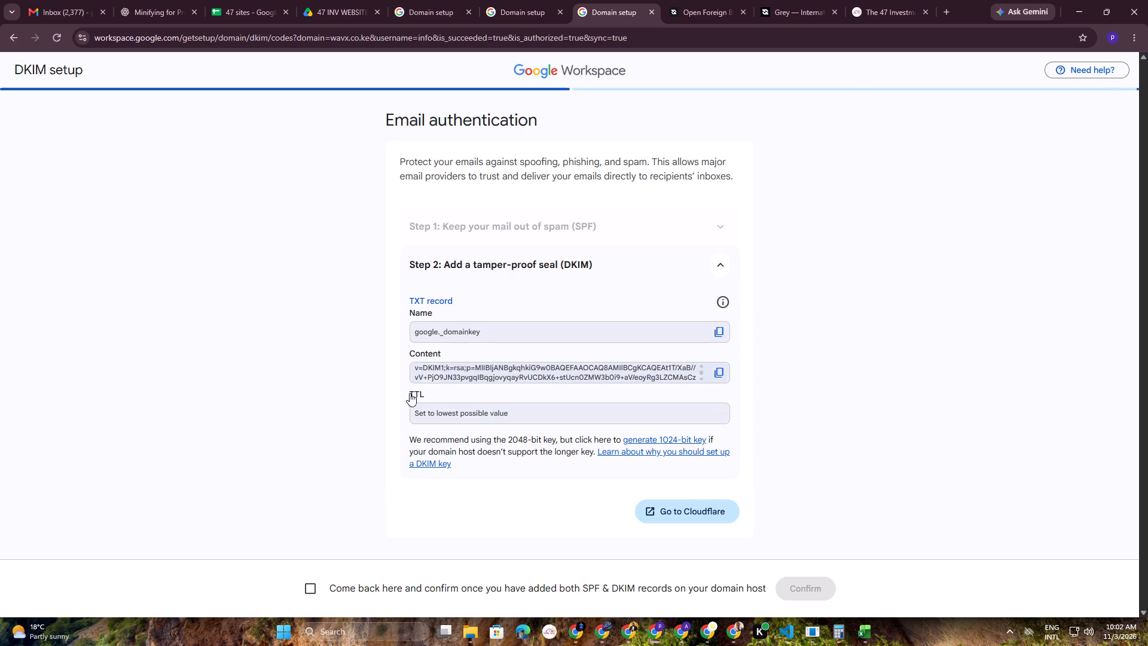
# Confirm in the Google Workspace DKIM setup that both SPF and DKIM records have been added on the domain host.
pyautogui.click(309, 586)
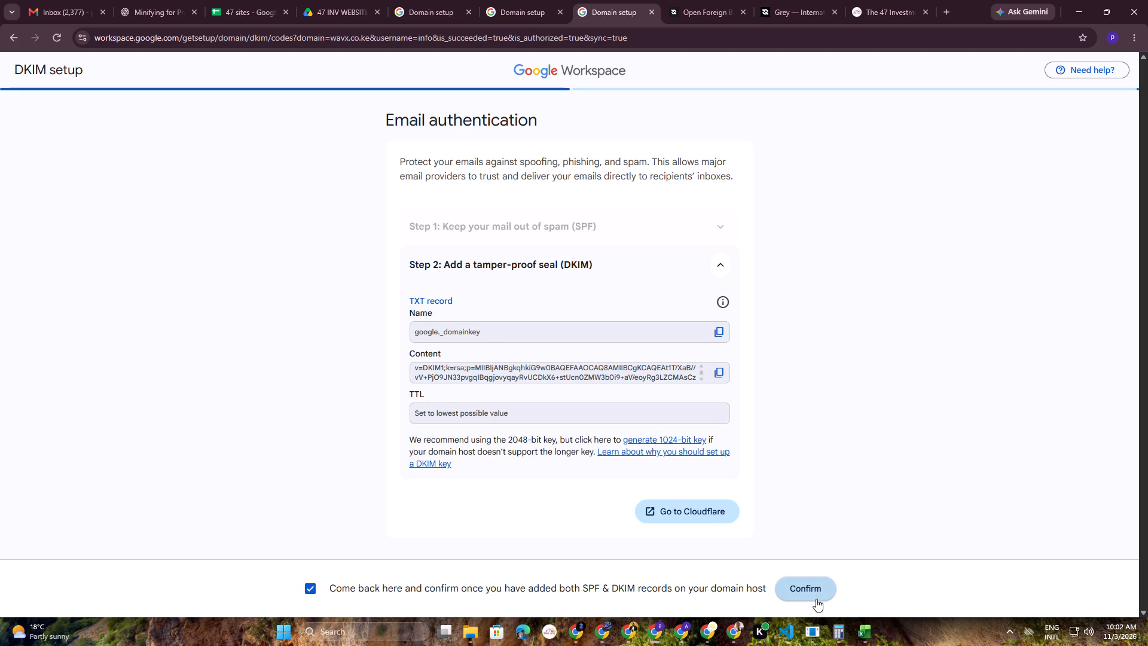
pyautogui.click(816, 595)
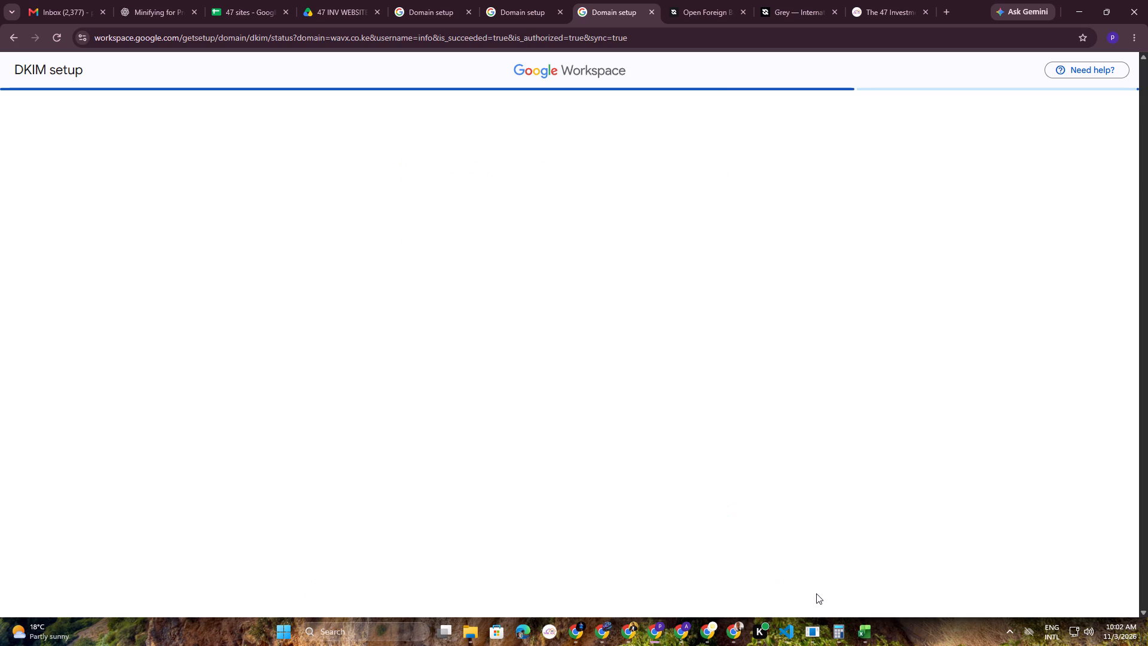